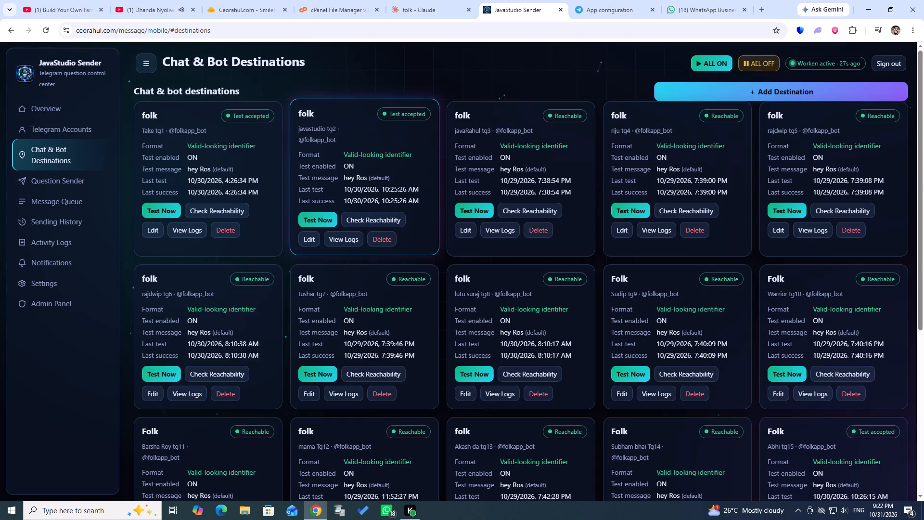
Look through the chat and bot destination cards, examining each folk entry's reachability status and last test time.
scroll(513, 293, "down", 9)
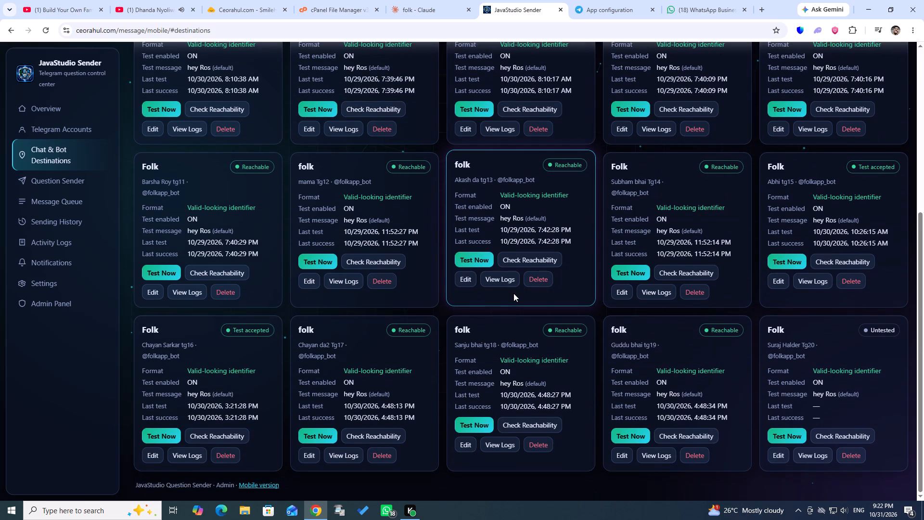
scroll(513, 293, "up", 8)
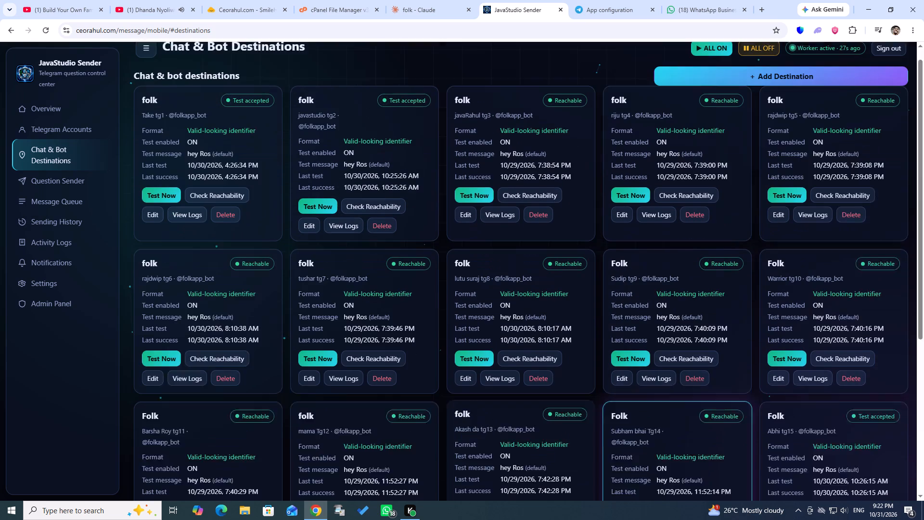
scroll(525, 325, "down", 8)
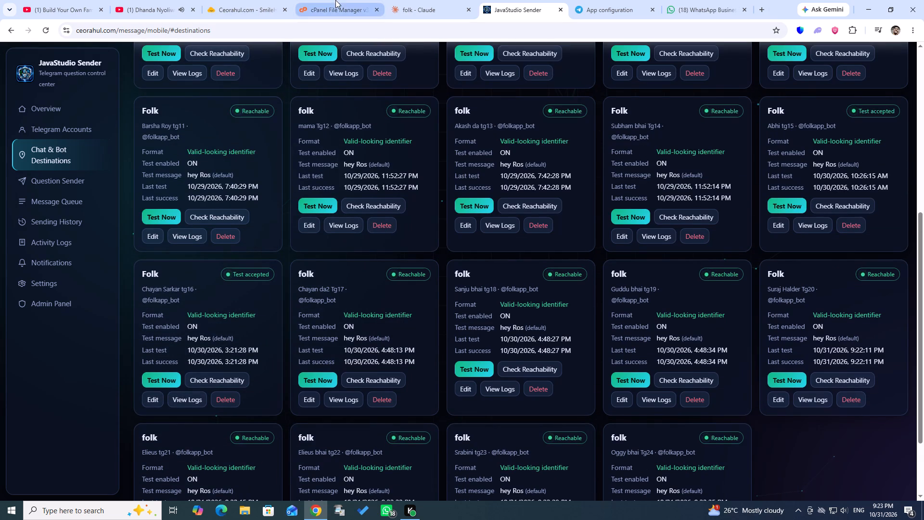
scroll(449, 208, "up", 2)
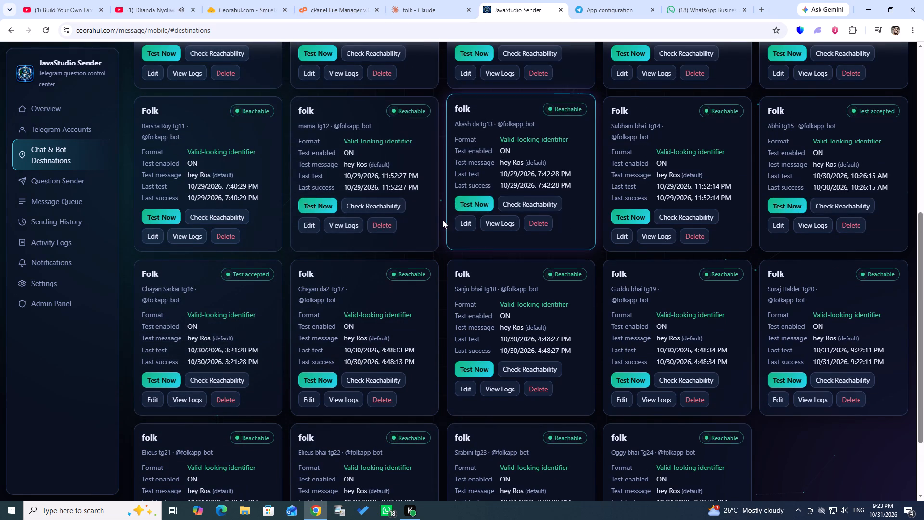
scroll(431, 238, "up", 4)
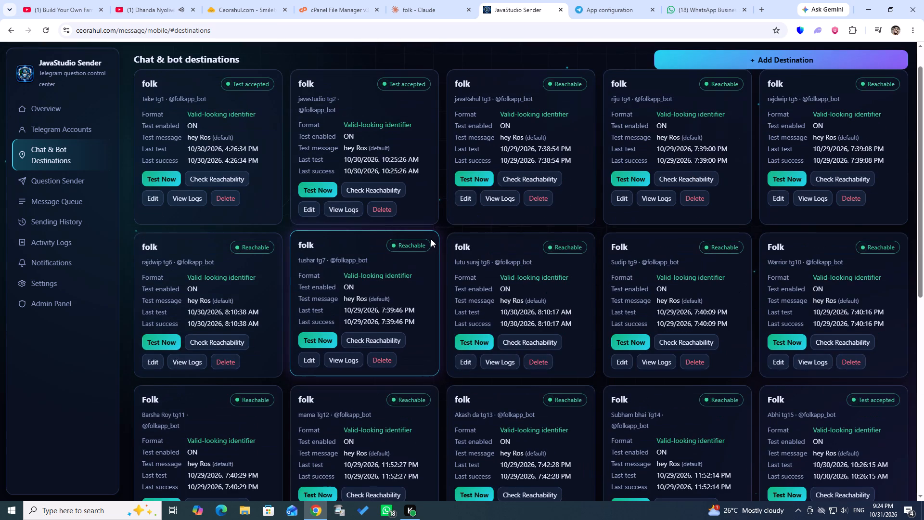
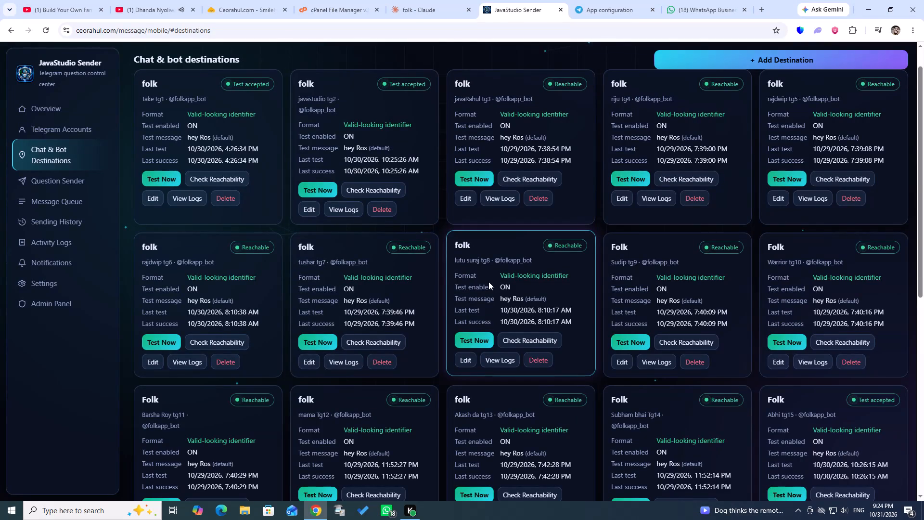
Check the remaining destination cards through the end of the list, and switch to the Overview page.
scroll(369, 312, "down", 4)
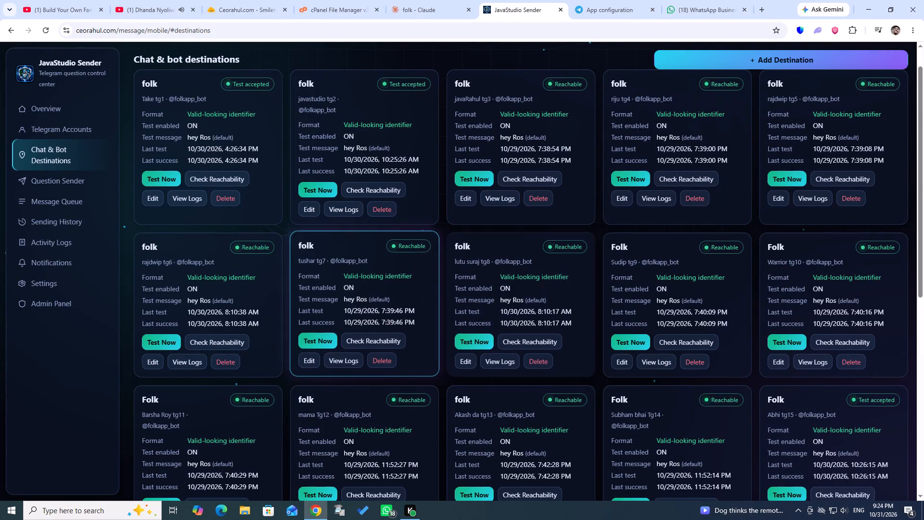
scroll(577, 334, "down", 4)
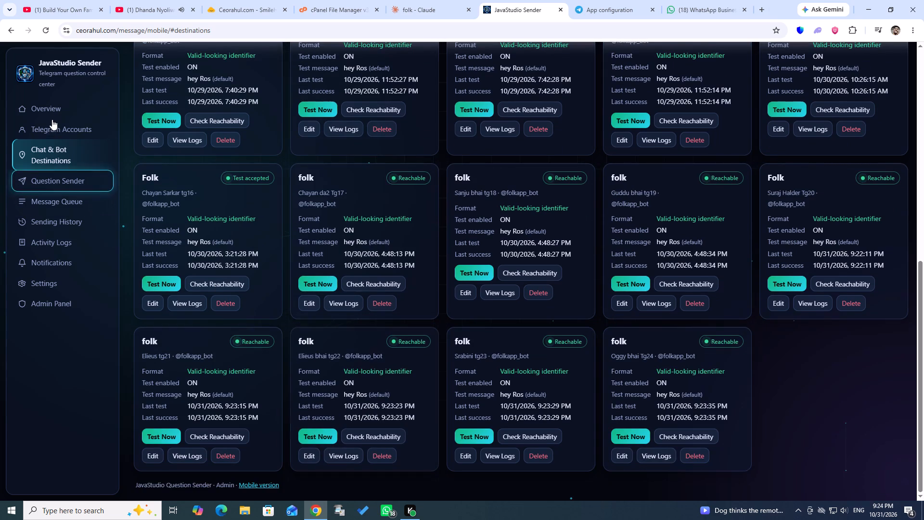
left_click(52, 115)
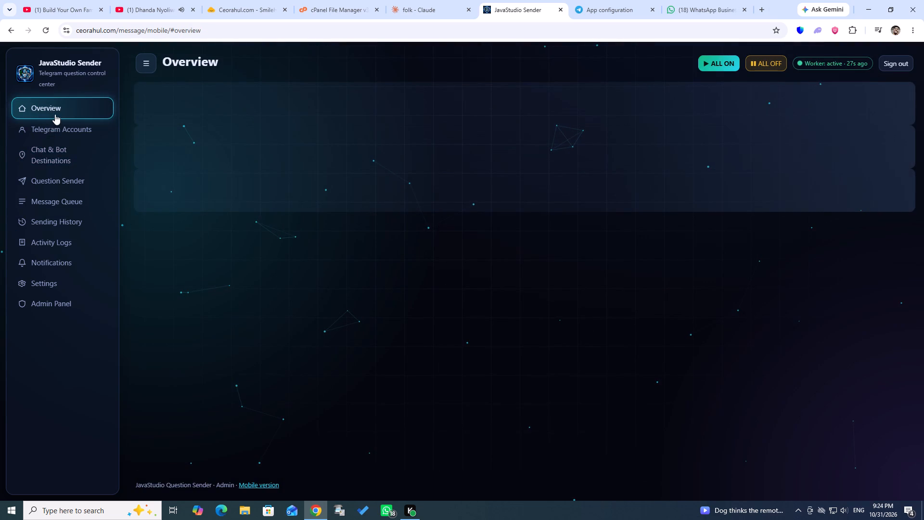
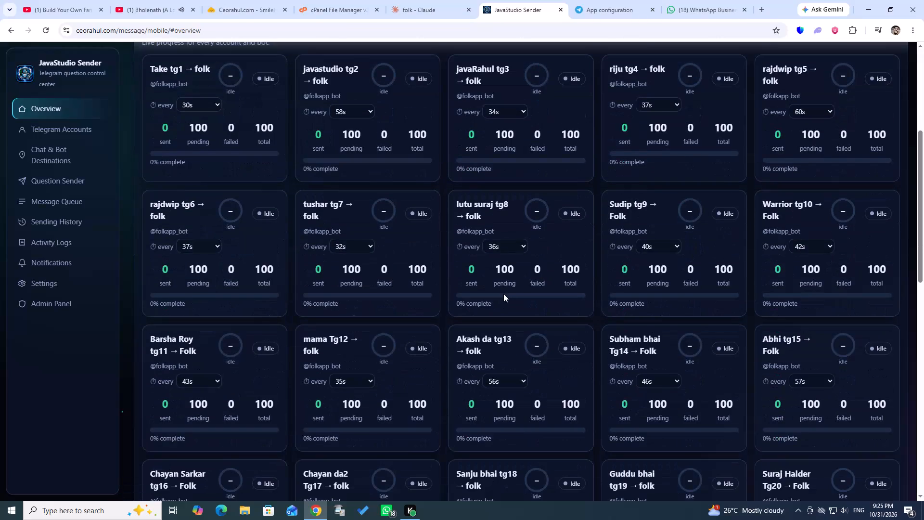
scroll(502, 295, "down", 8)
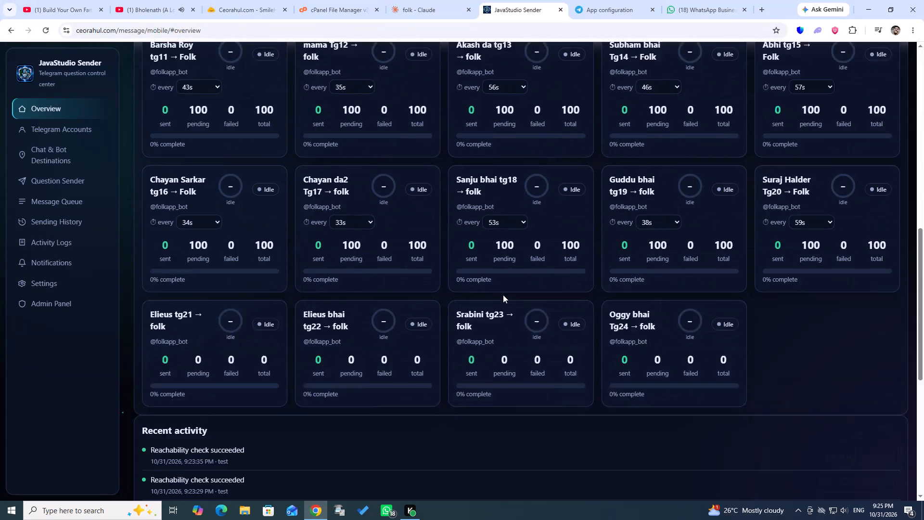